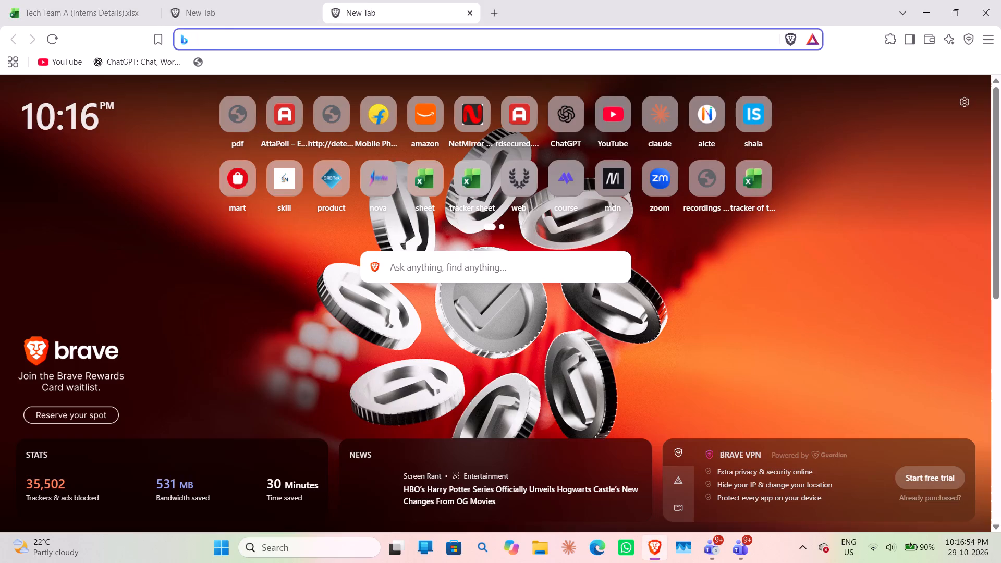
Search the web for "transtale into hindo" to bring up an online Hindi translator.
text(trac)
key(BackSpace)
text(nstale into hindo)
key(Return)
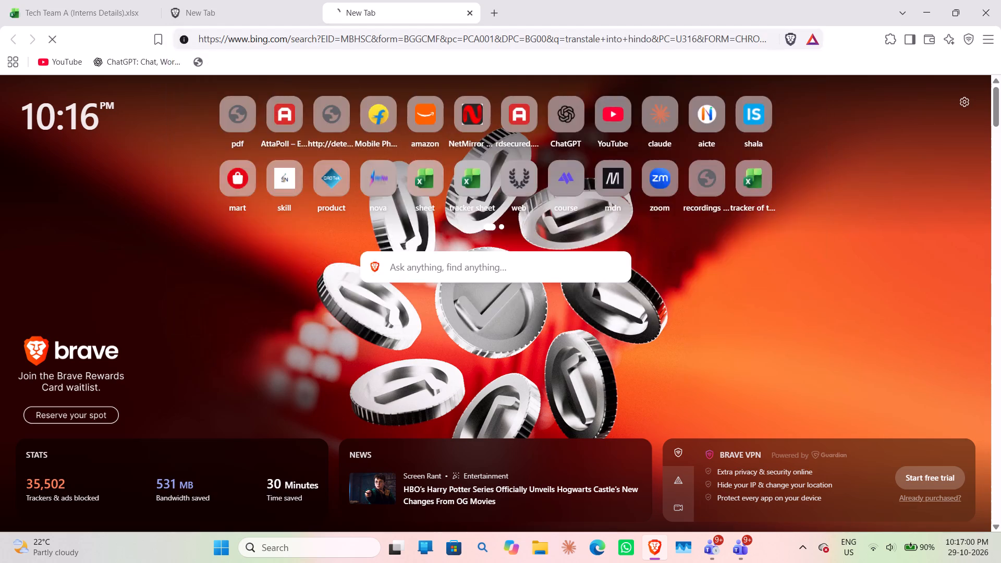
Set the source language to English and paste "Okk let him be like that only" for translation into Hindi.
click(204, 306)
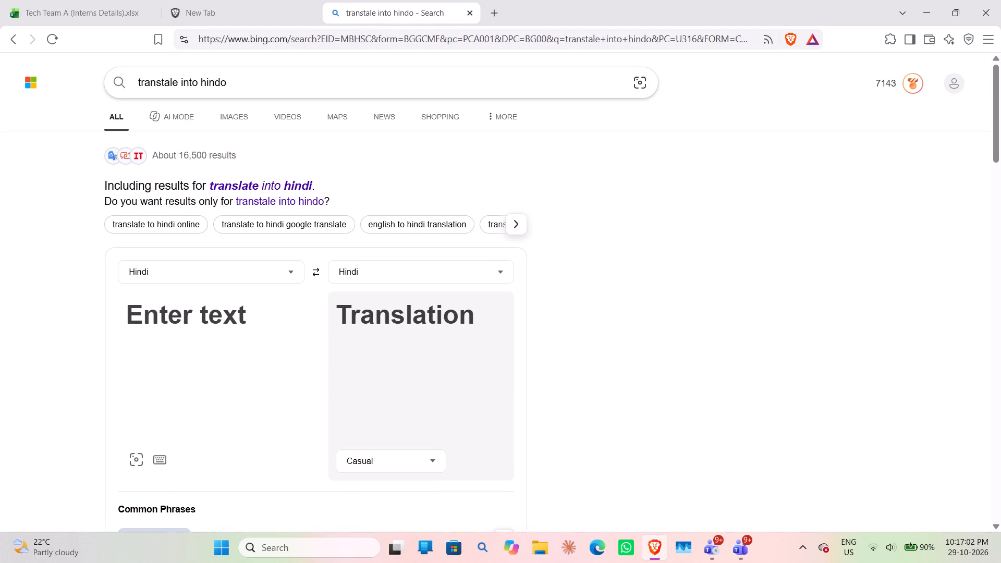
click(283, 278)
click(158, 317)
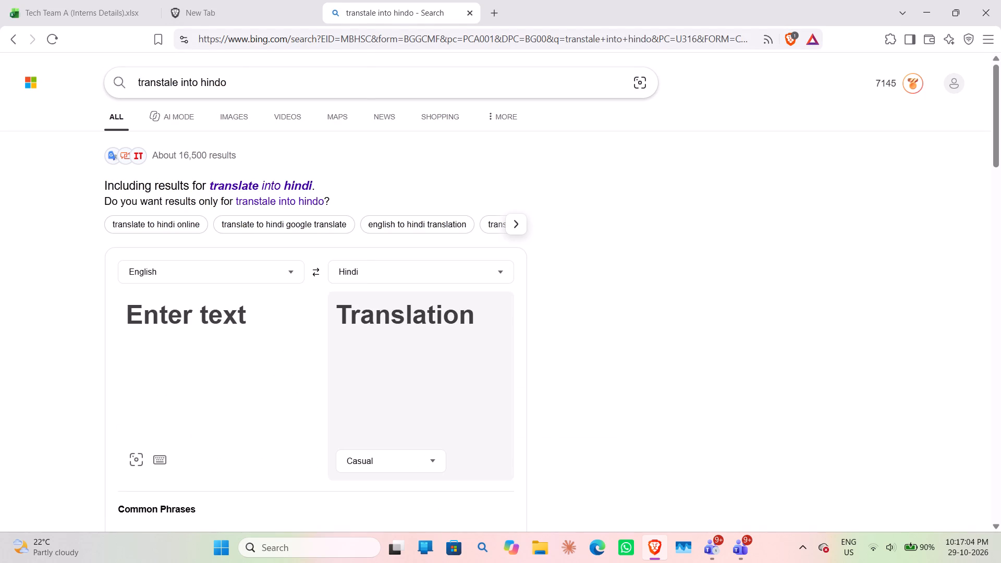
right_click(214, 303)
click(262, 142)
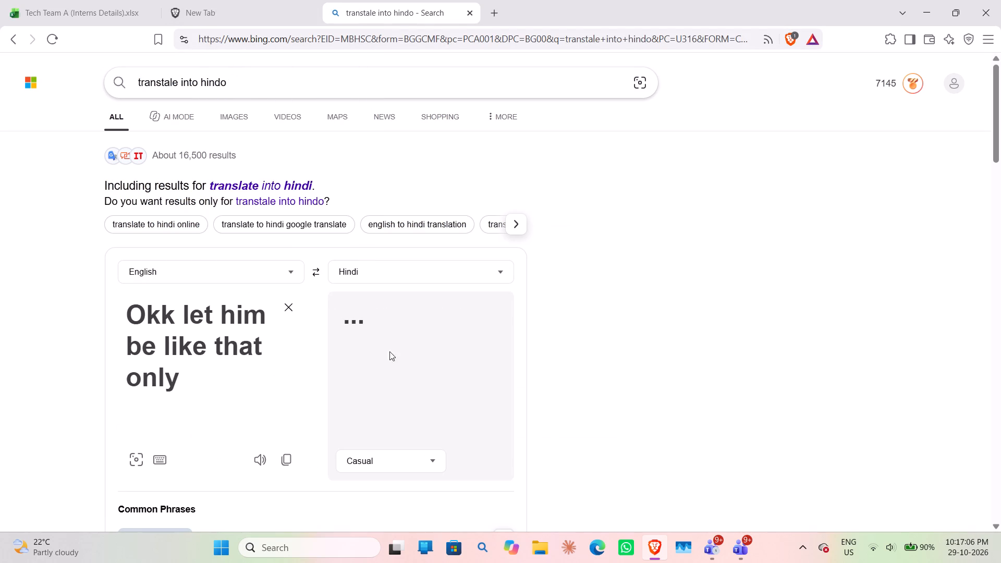
click(357, 331)
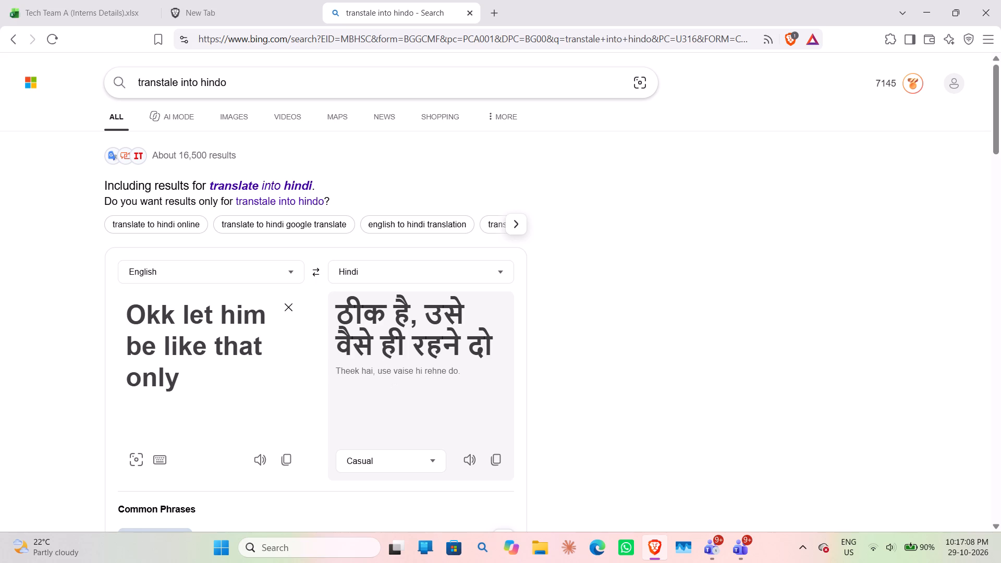
Swap the translation direction to Hindi to English and select the English text.
click(316, 268)
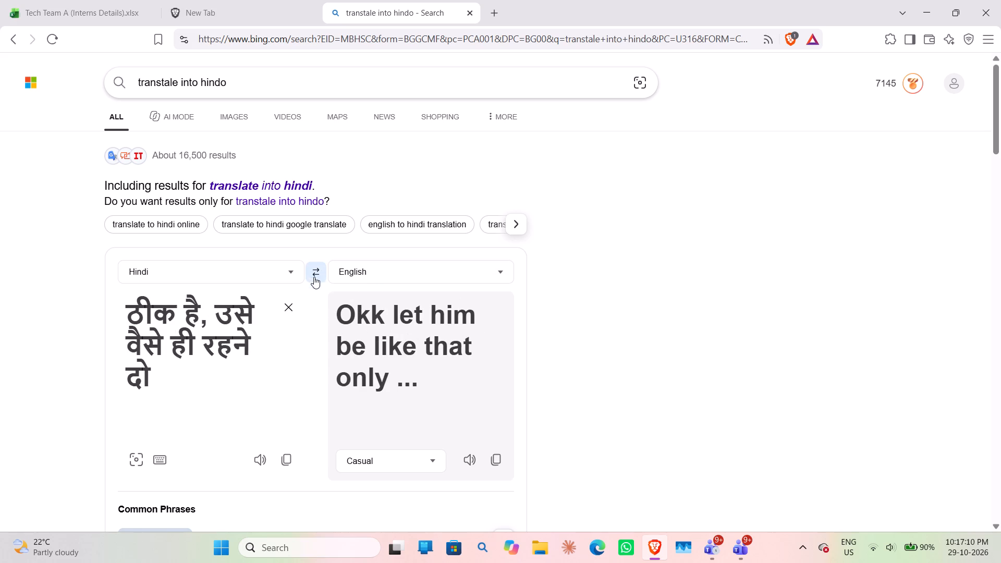
click(392, 382)
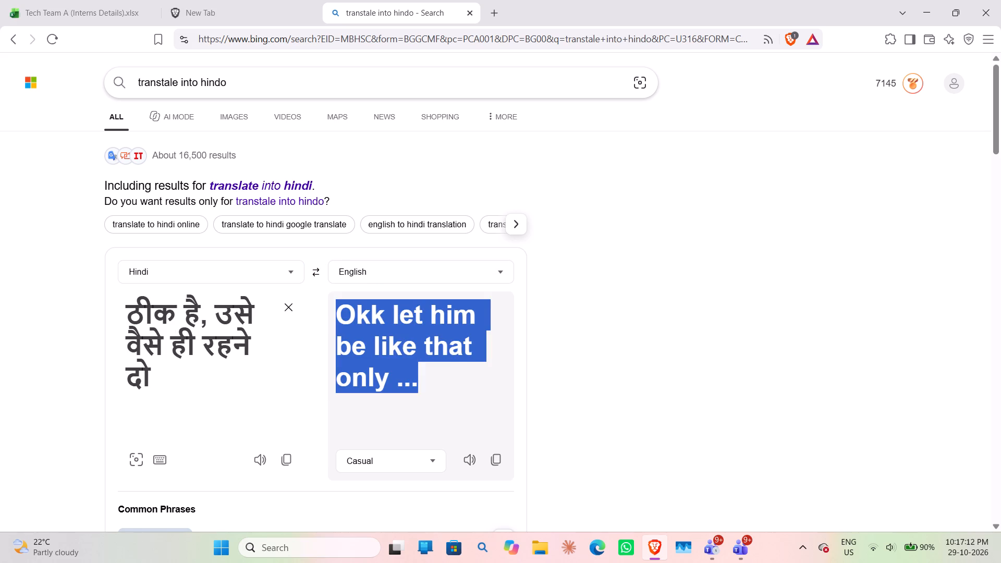
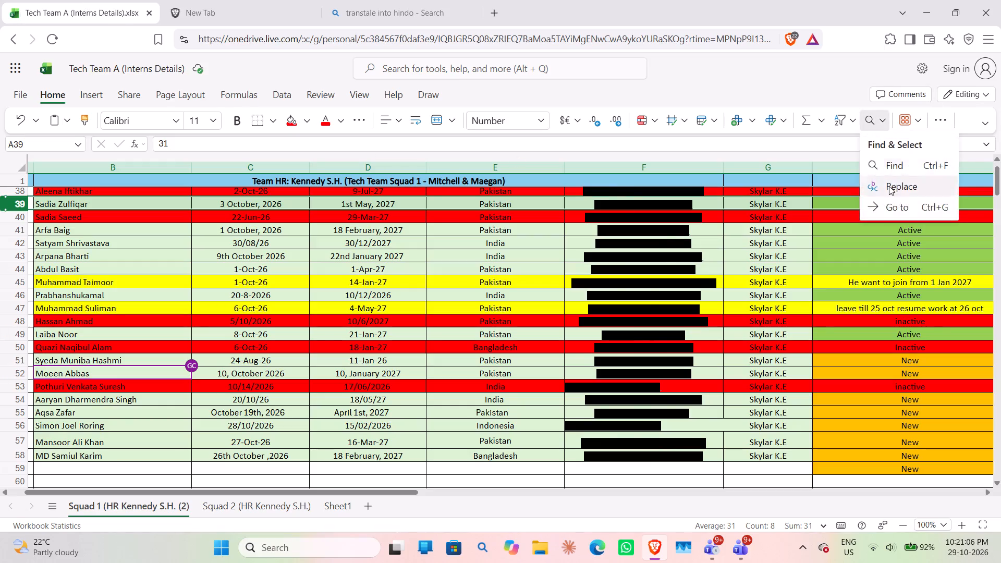
Search the Squad 1 sheet for all matches of the copied intern e-mail address.
click(893, 166)
key(ctrl+v)
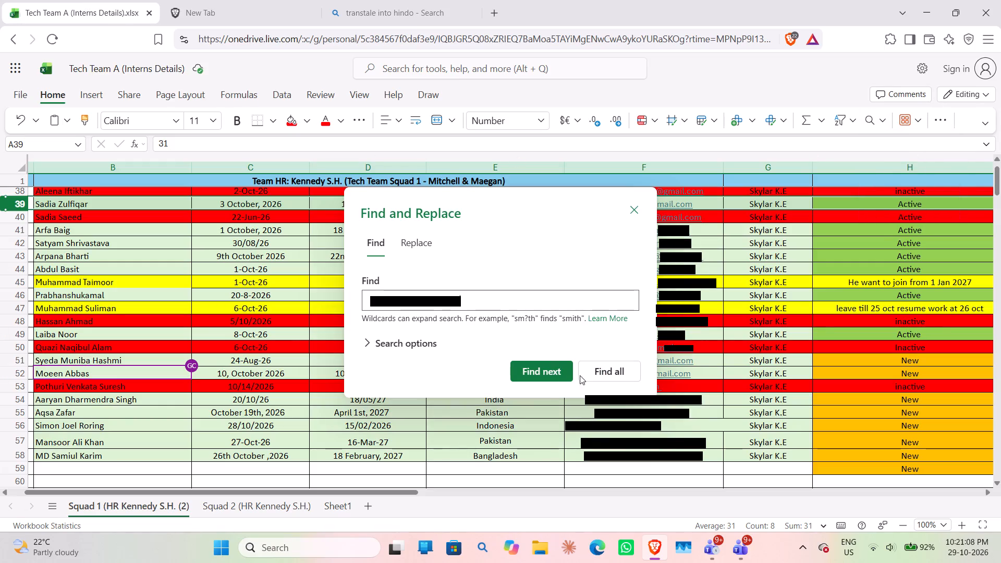
click(612, 376)
click(543, 402)
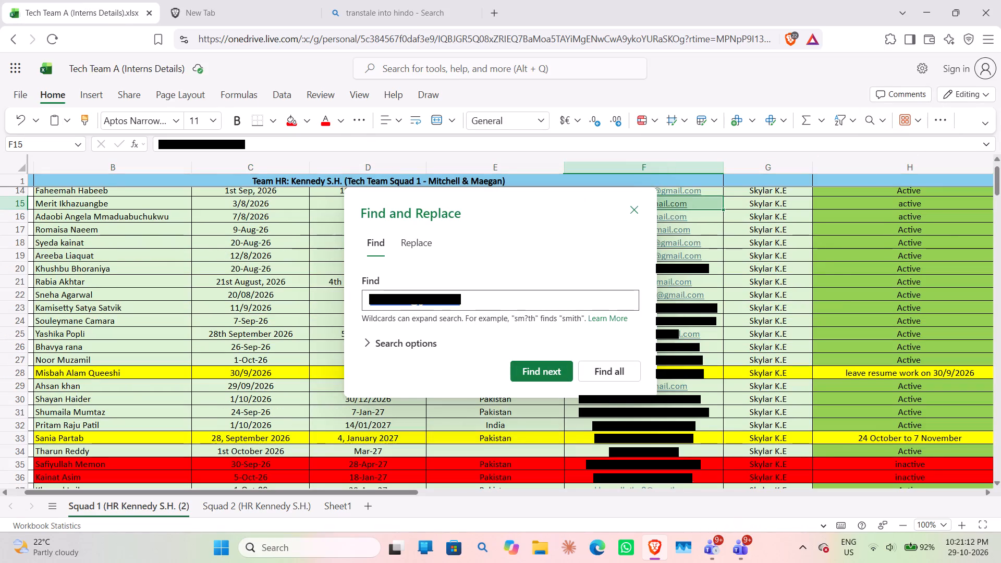
Fill the matching intern's row 15 with red, from the name column B through the status column H.
drag(53, 203, 655, 205)
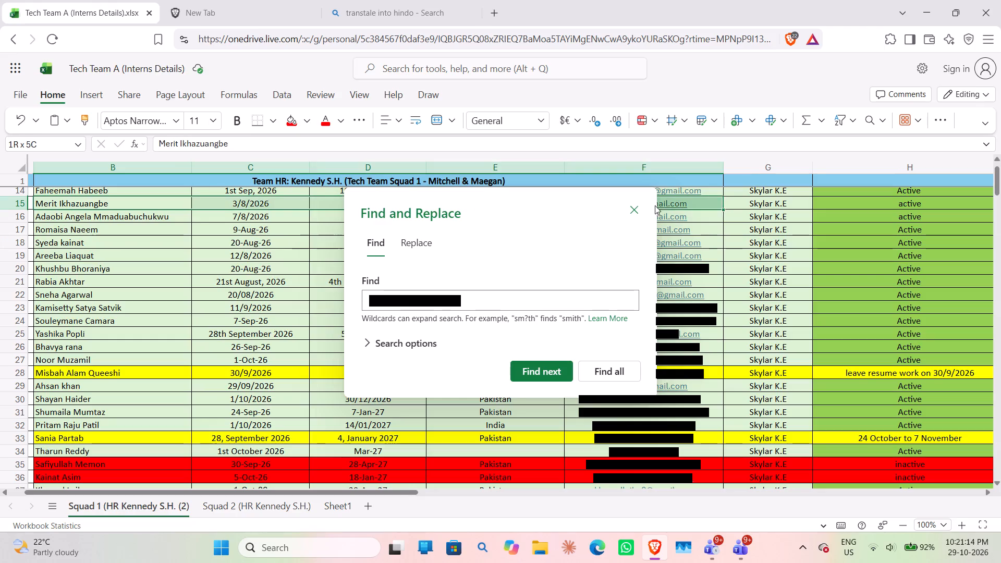
drag(655, 205, 869, 205)
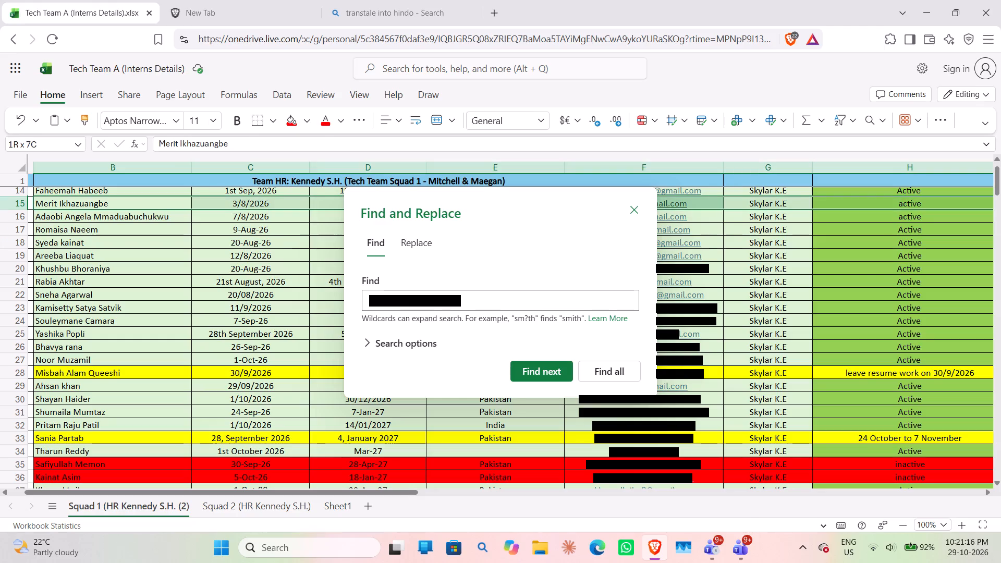
click(290, 119)
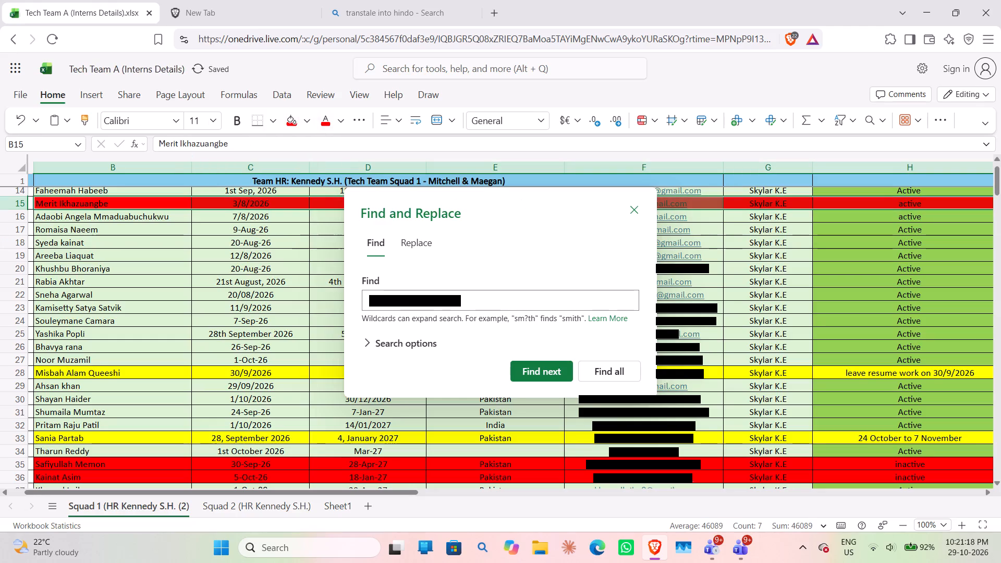
Change the status in column H of row 15 to "inactive".
double_click(878, 201)
drag(923, 202, 841, 204)
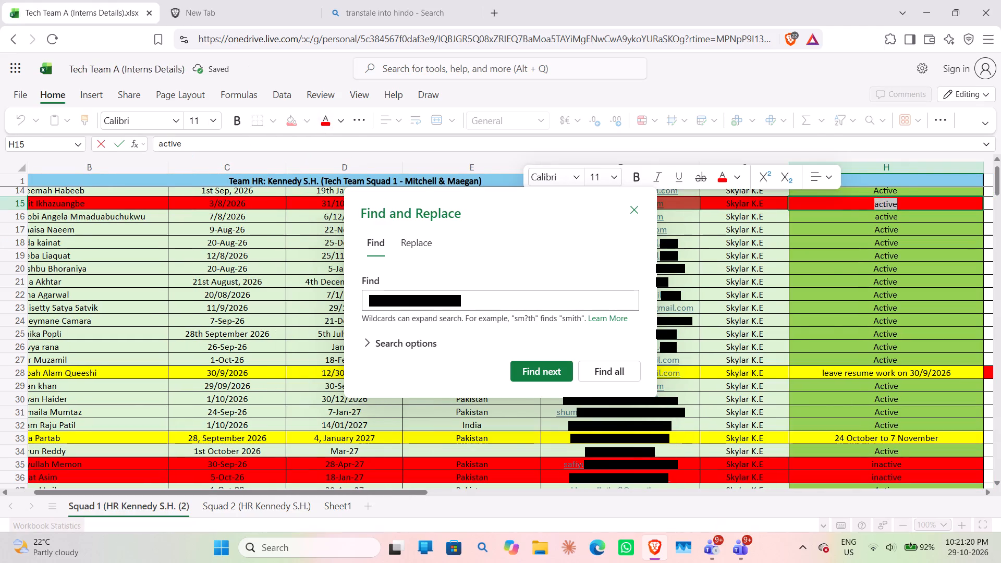
text(inactive)
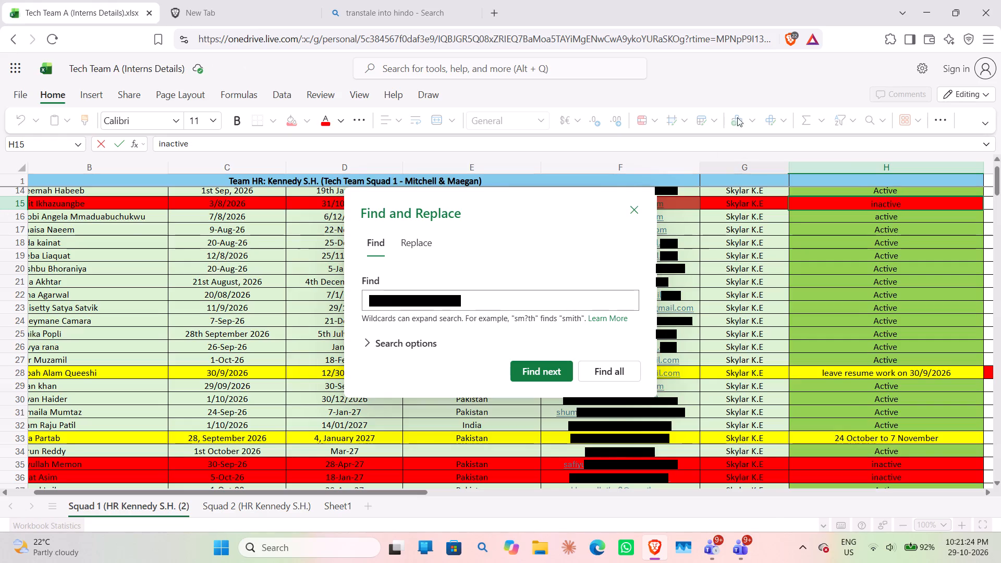
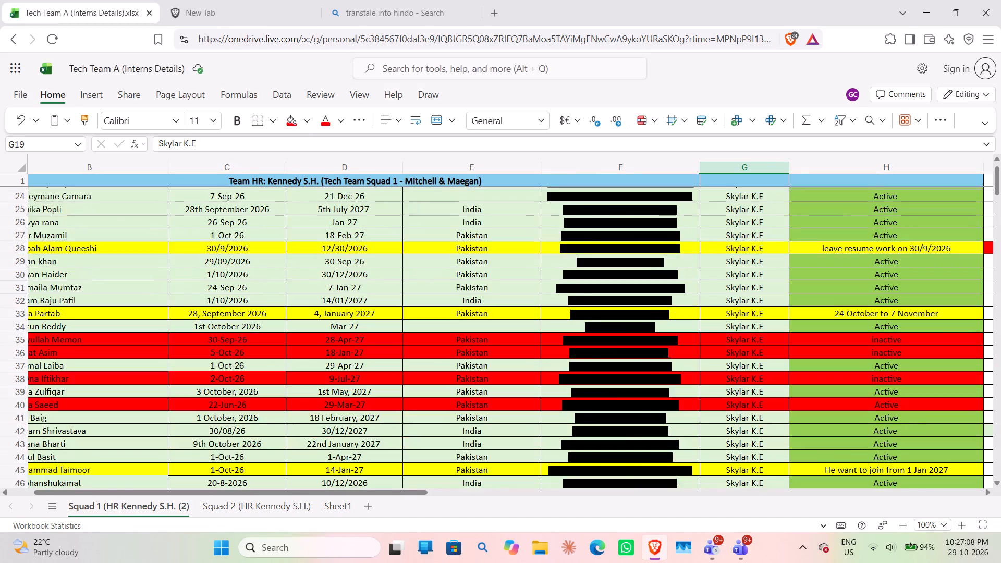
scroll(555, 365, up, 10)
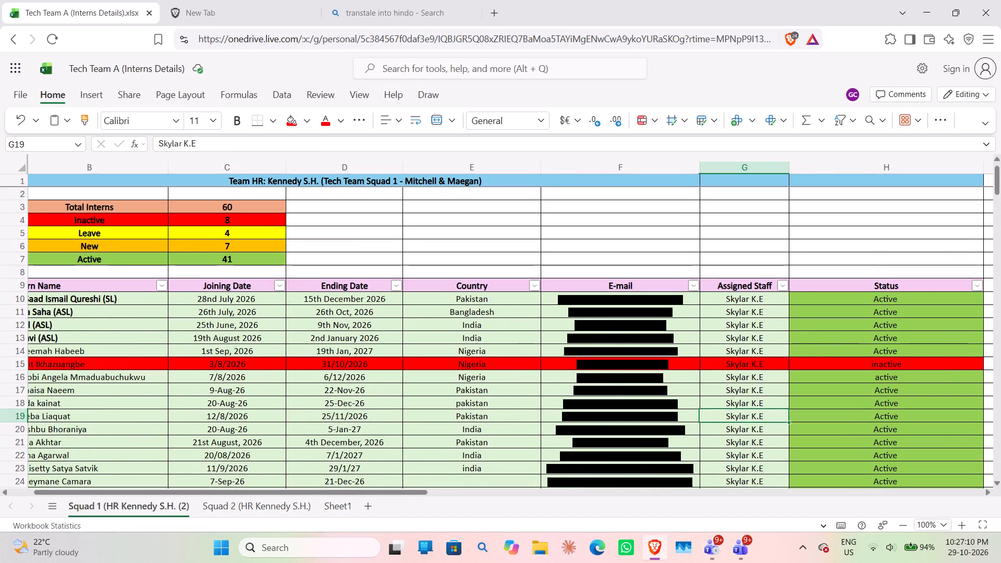